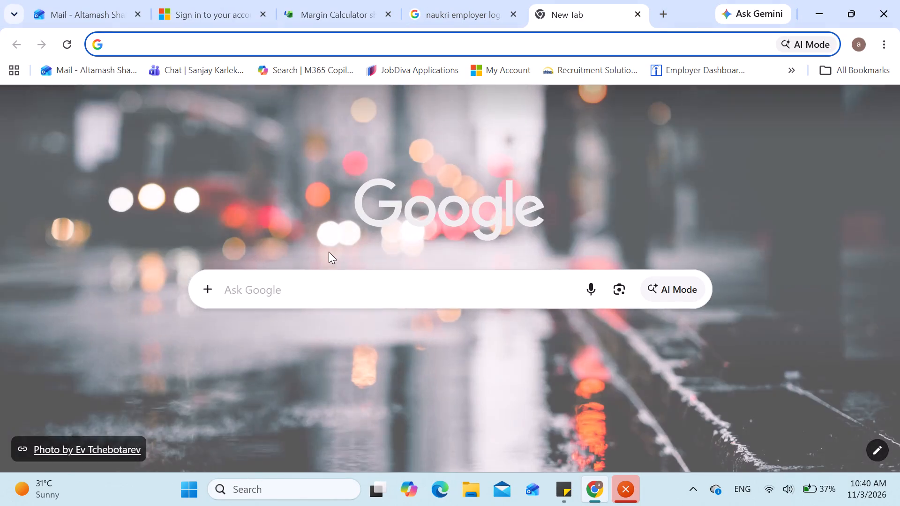
Find the saved site shortcuts on the new tab page.
scroll(328, 313, "down", 1)
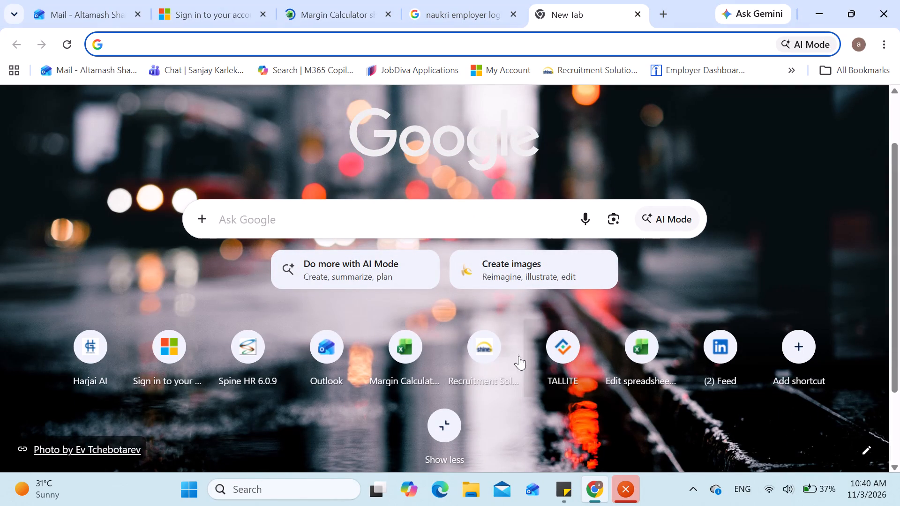
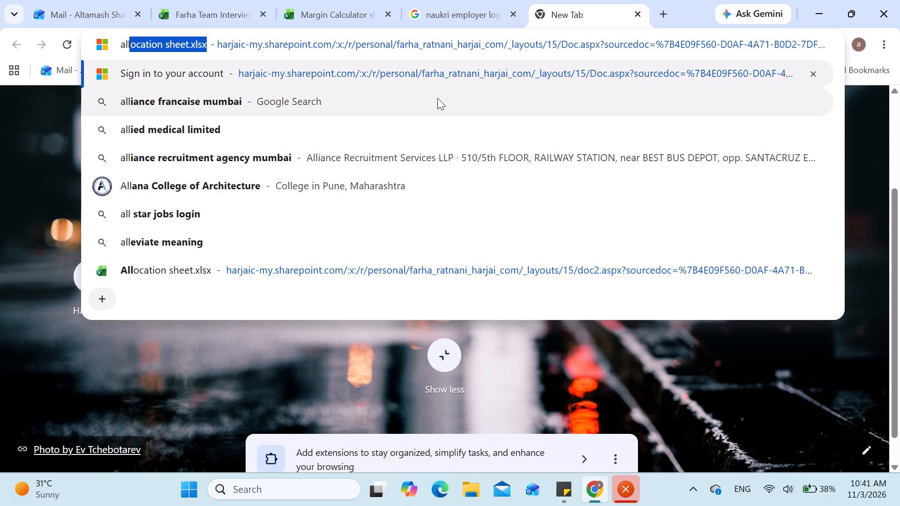
Open the Allocation sheet.xlsx workbook and place its browser tab between the Margin Calculator and naukri employer login tabs.
left_click(180, 274)
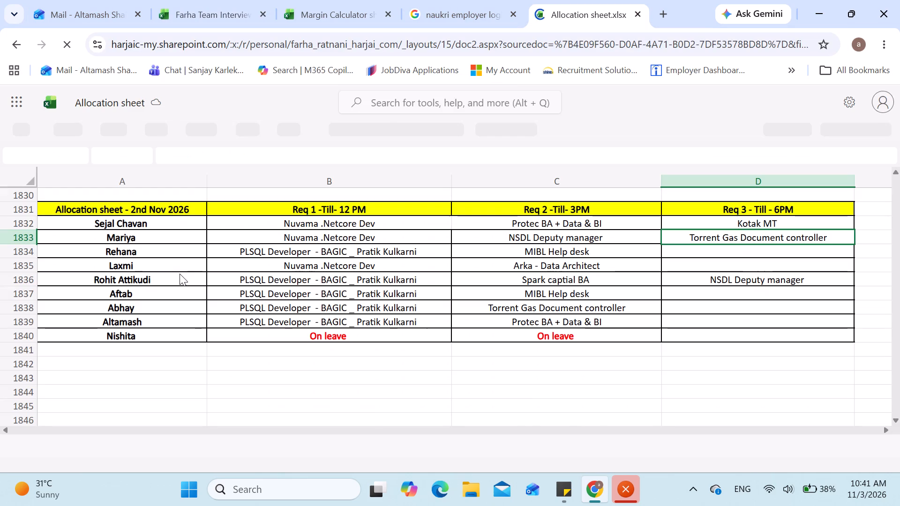
left_click_drag(587, 13, 492, 14)
Examine the requirement allocations for 3rd Nov 2026 in the Allocation Sheet worksheet.
scroll(386, 250, "down", 1)
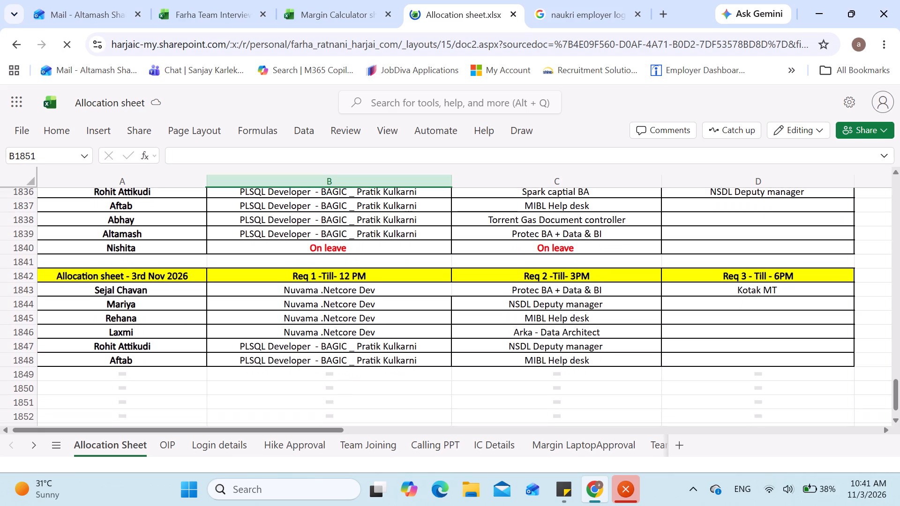
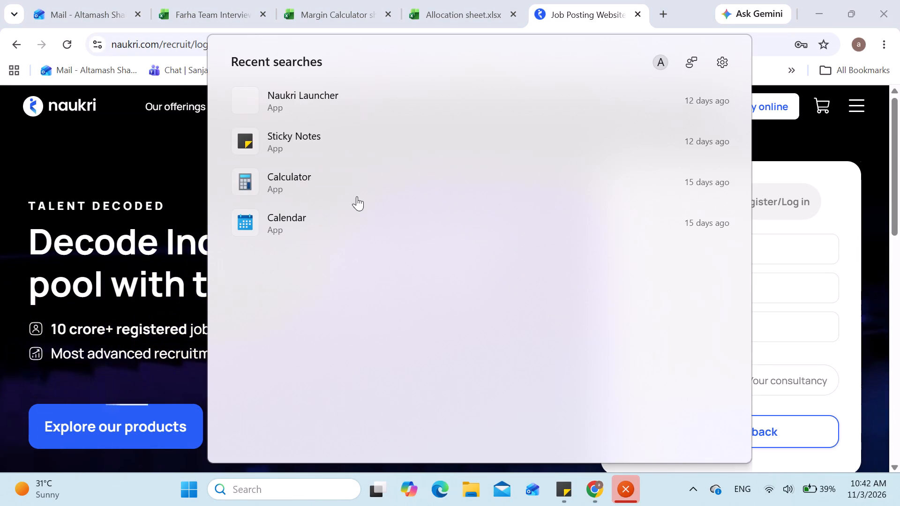
Launch the Naukri Launcher app from the recent searches.
left_click(344, 109)
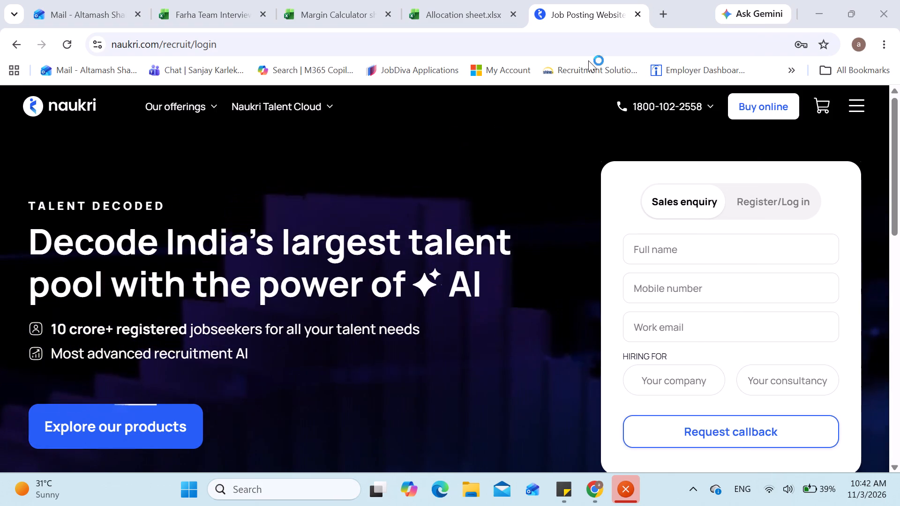
Open the TALLITE workbench at tallite.com/ats/workbench in a new browser tab.
left_click(659, 16)
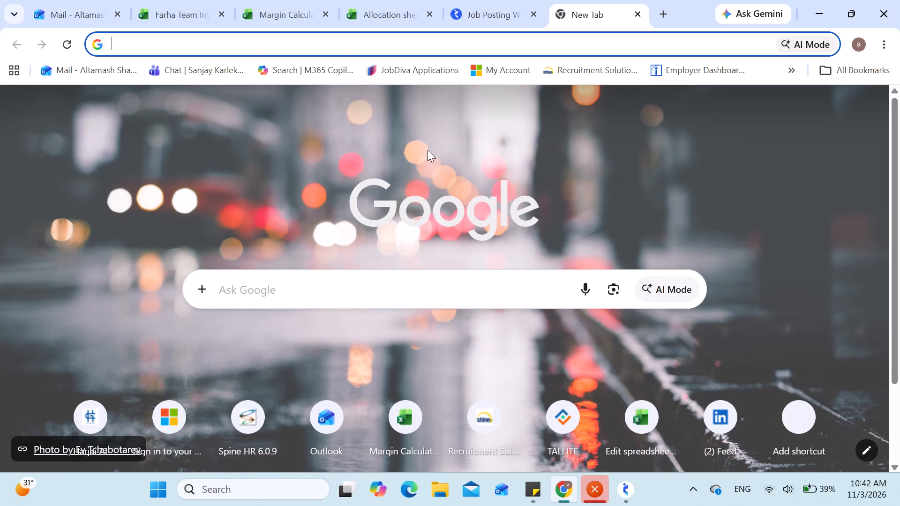
type("tall")
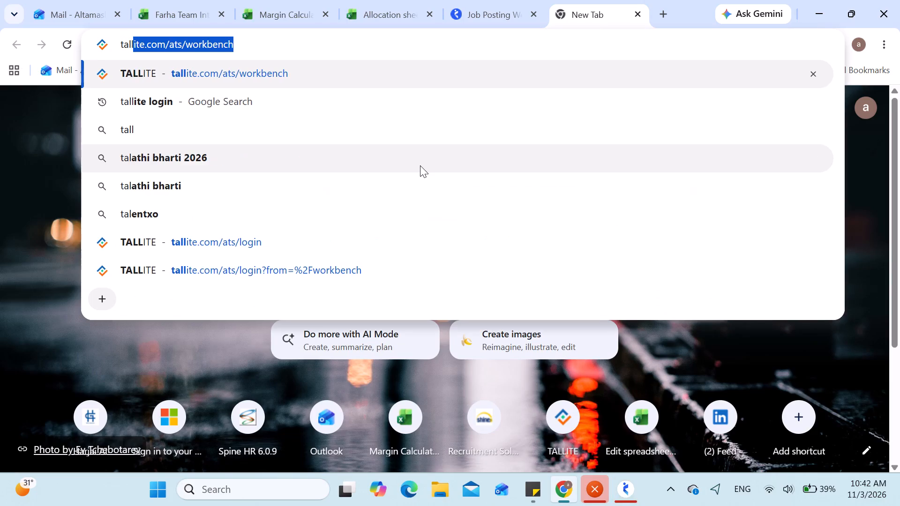
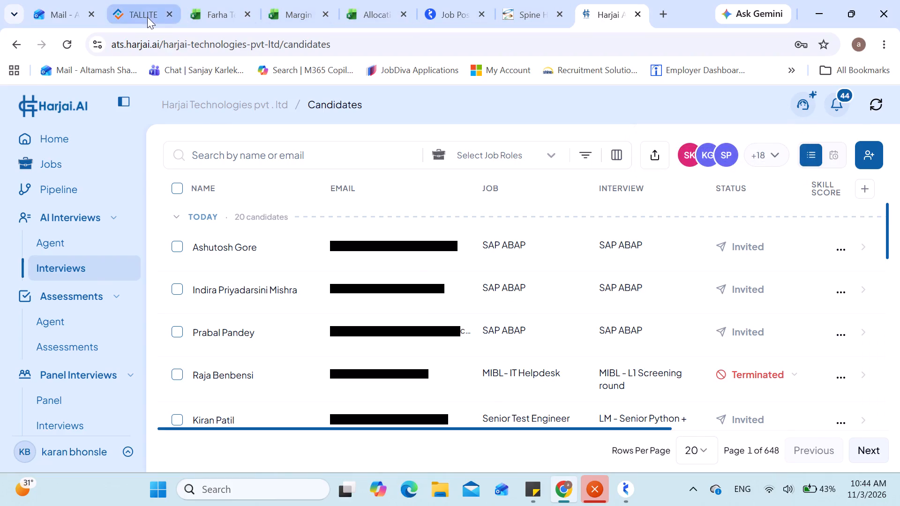
In the TALLITE workbench, open the filter for the Applicants list and set its access type to Myself.
left_click(147, 17)
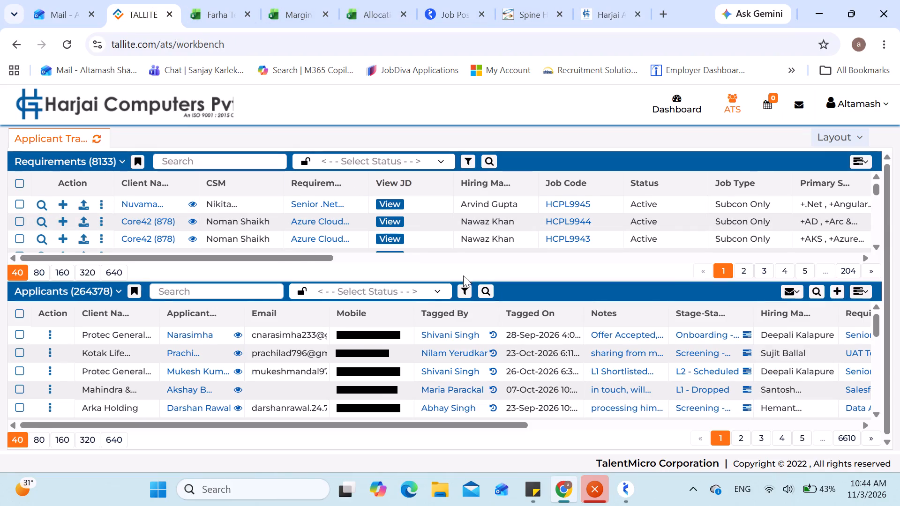
left_click(465, 290)
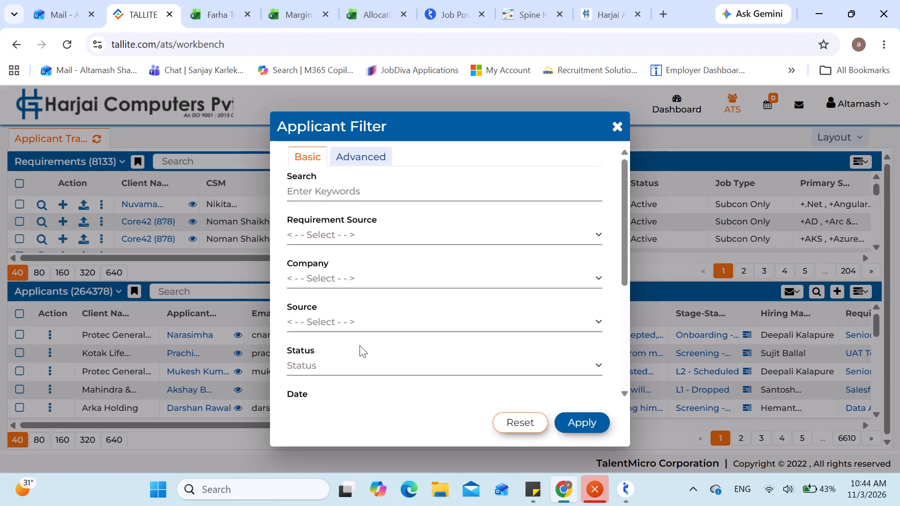
scroll(360, 345, "down", 3)
left_click_drag(340, 326, 335, 331)
left_click(335, 331)
left_click(322, 192)
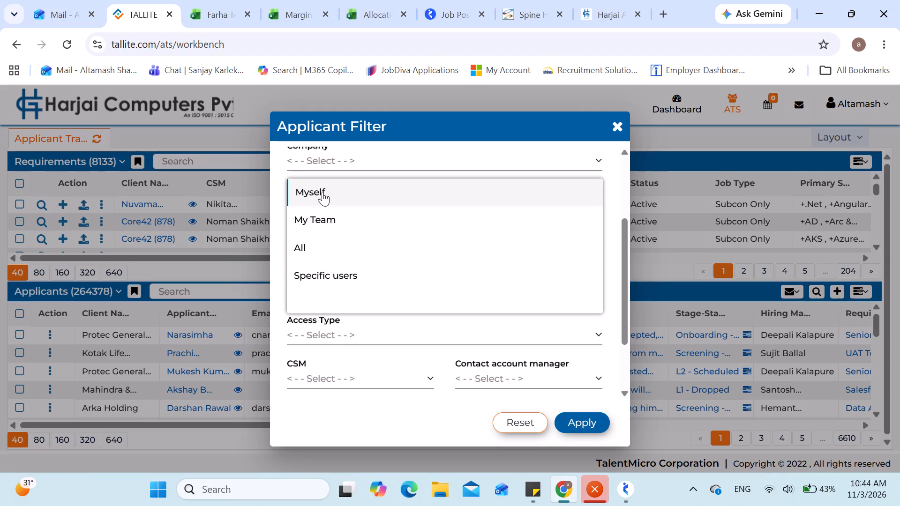
Apply the Myself access-type filter to the Applicants list.
left_click(573, 420)
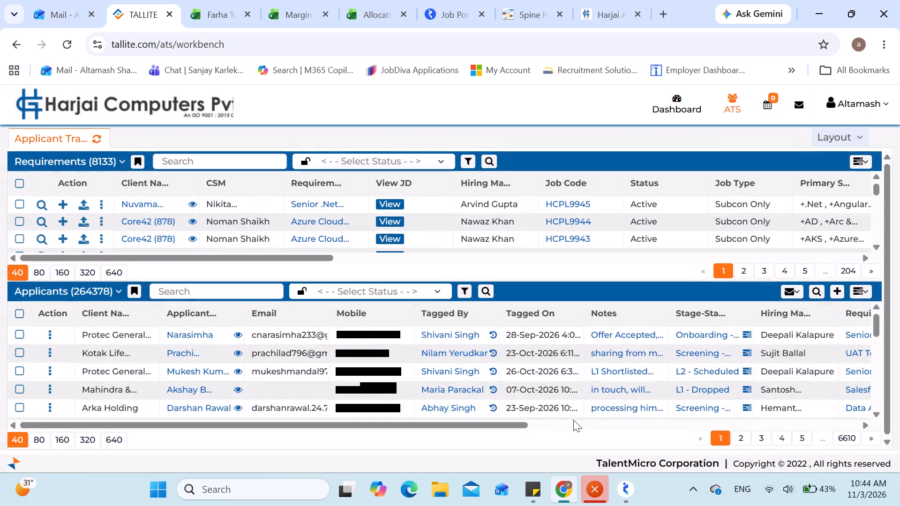
Look through the filtered Applicants list, examining the clients, tagging dates, notes and stage statuses of the tagged candidates.
scroll(422, 336, "down", 1)
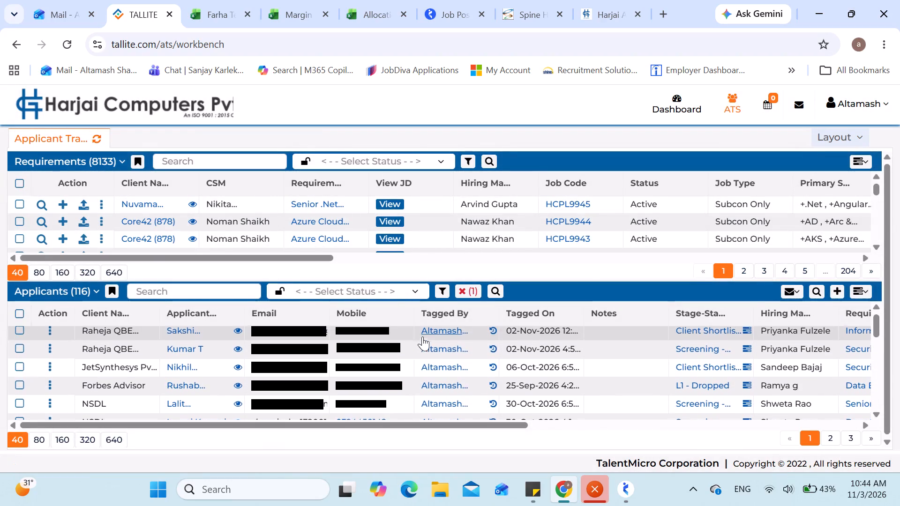
scroll(422, 336, "down", 1)
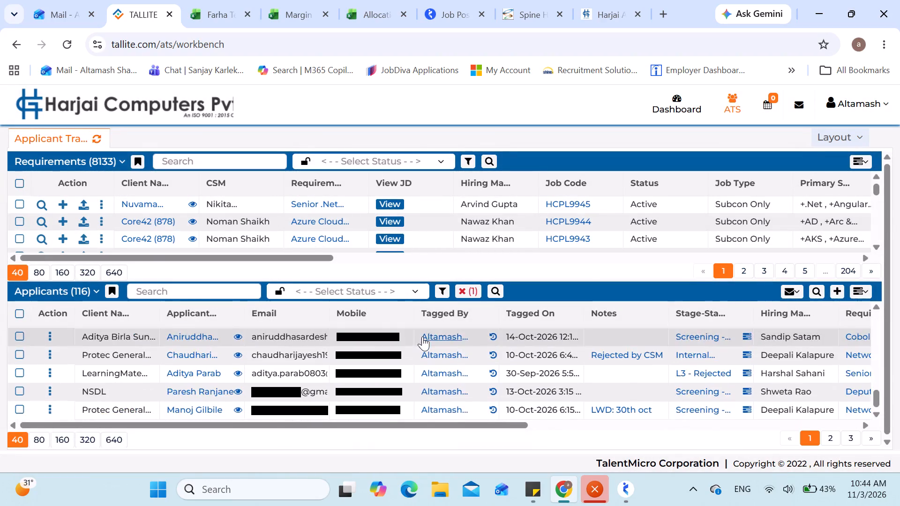
scroll(422, 336, "up", 8)
scroll(258, 293, "up", 3)
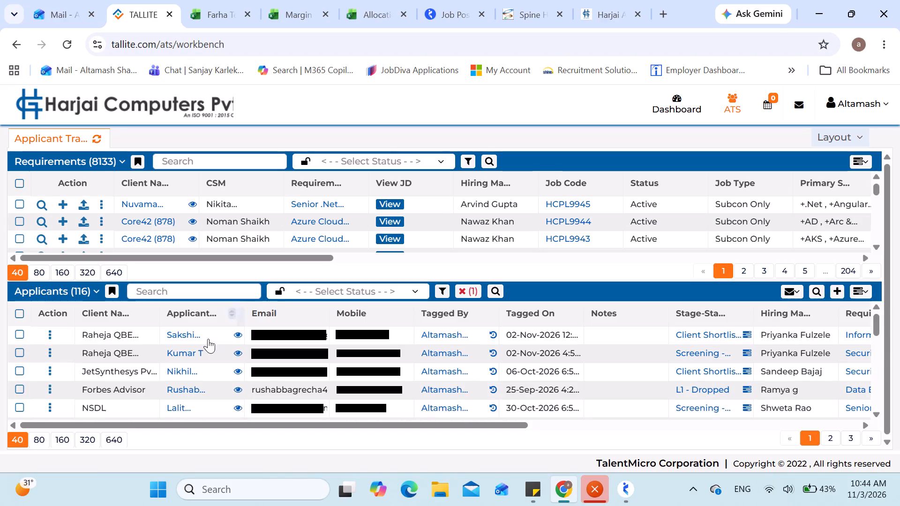
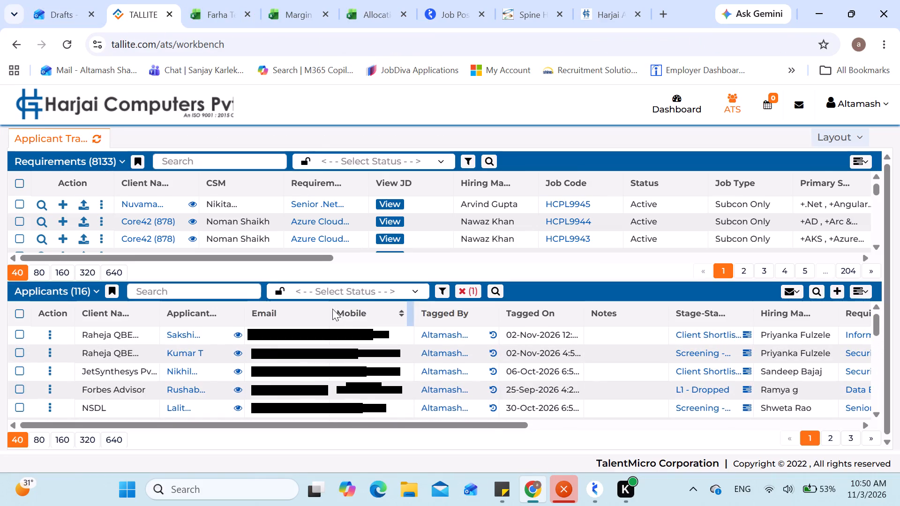
Widen the Email column in the Applicants list and select the email address of the first Raheja QBE applicant.
left_click_drag(326, 308, 355, 307)
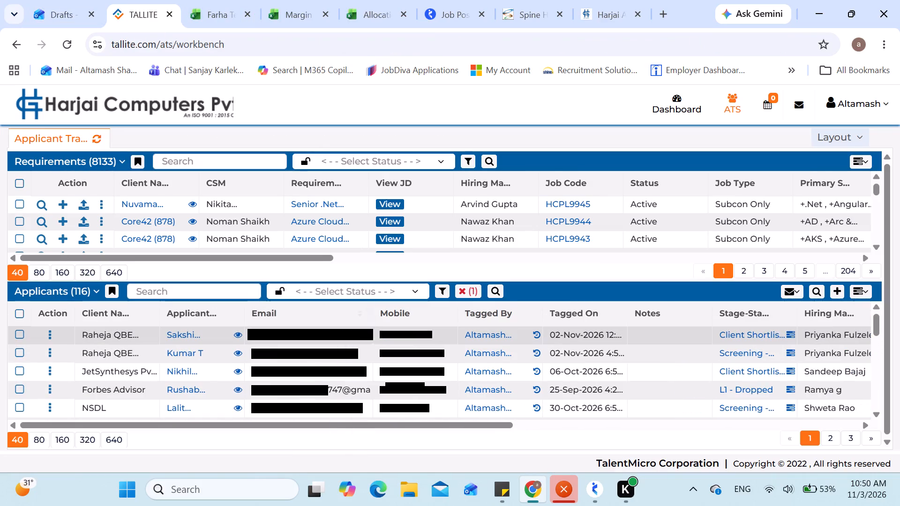
left_click_drag(370, 335, 247, 334)
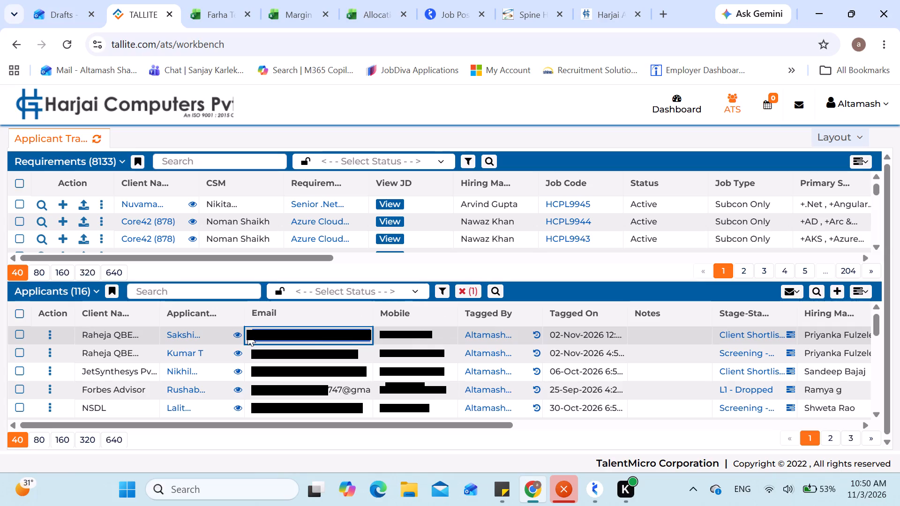
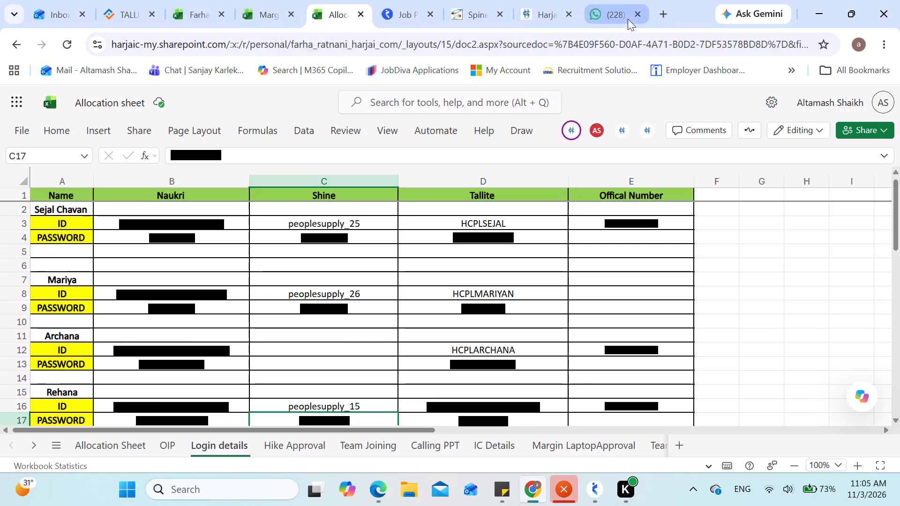
Open a new browser tab and start a web address or search entry with "sh".
left_click(657, 14)
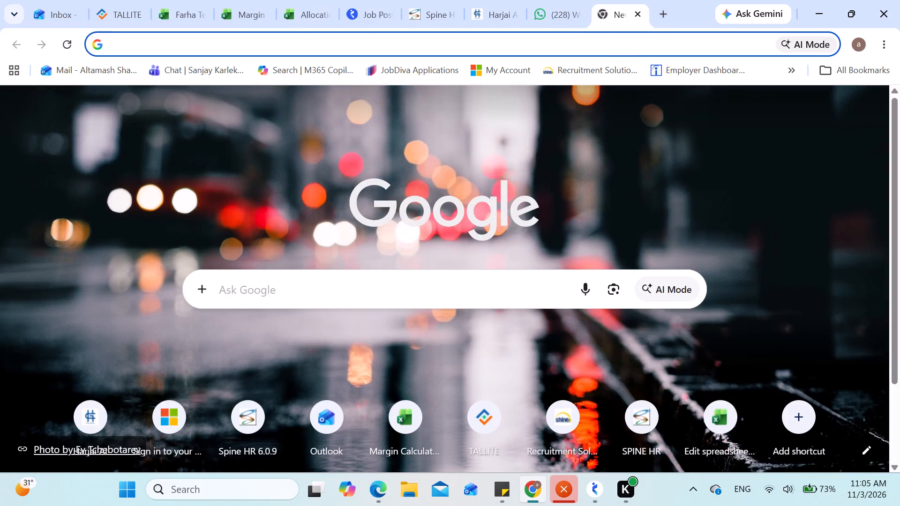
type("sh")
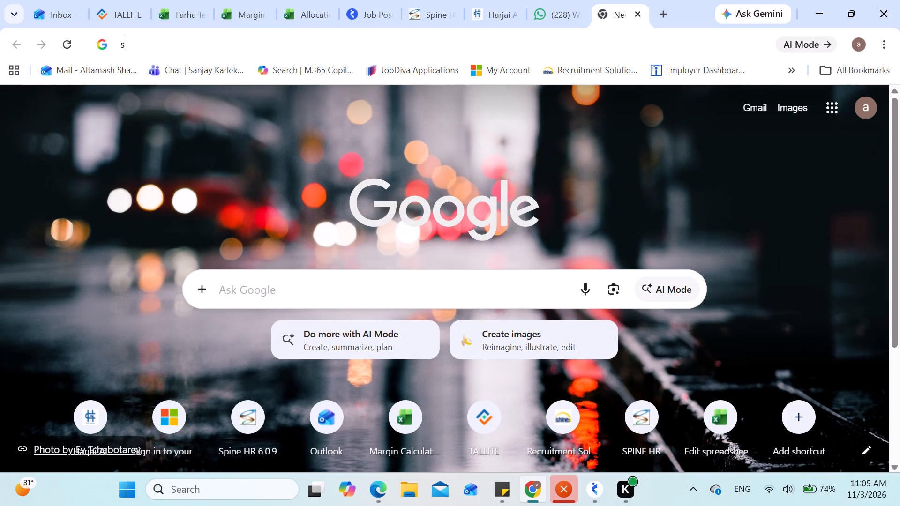